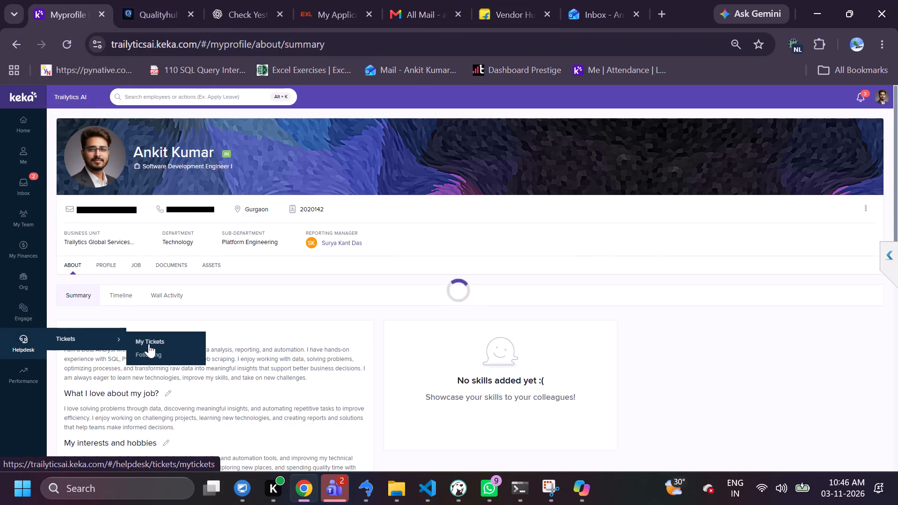
# Start a new helpdesk ticket from the My Tickets page.
pyautogui.click(149, 344)
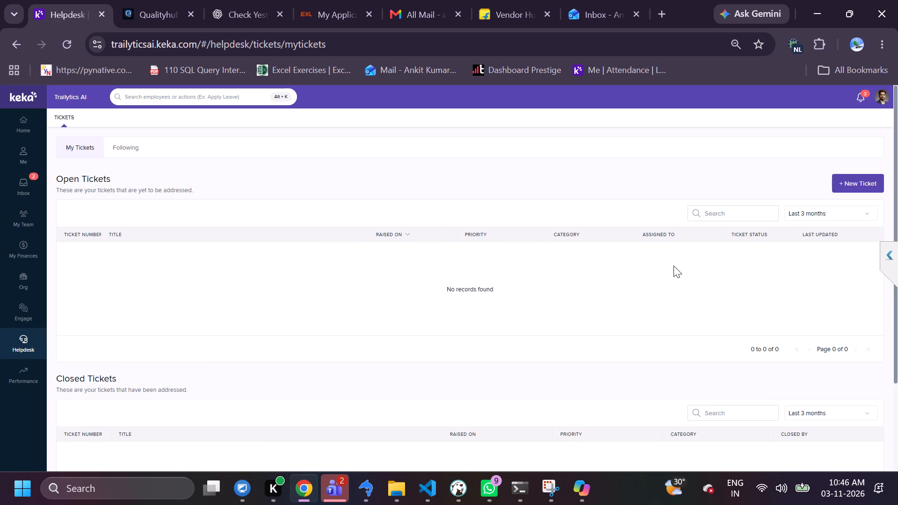
pyautogui.click(852, 181)
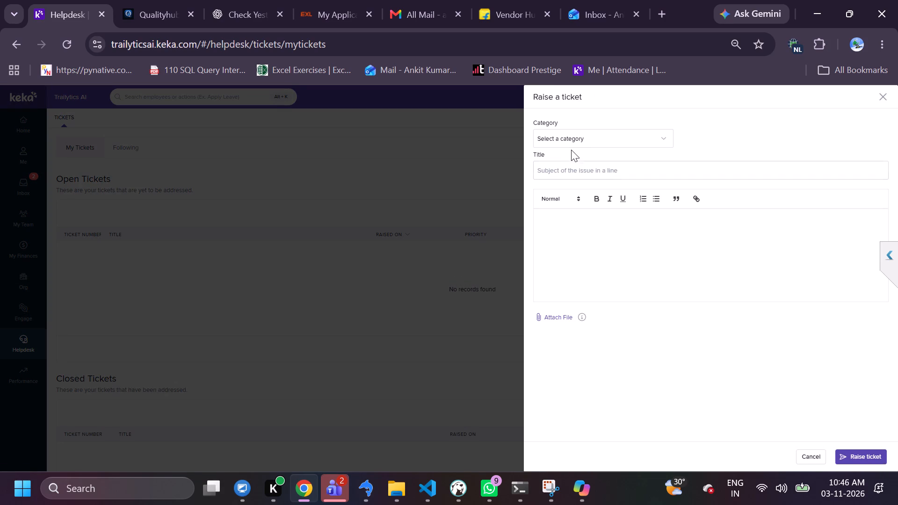
# Set the ticket category to Designation Change under HR : Document Related Support.
pyautogui.click(571, 142)
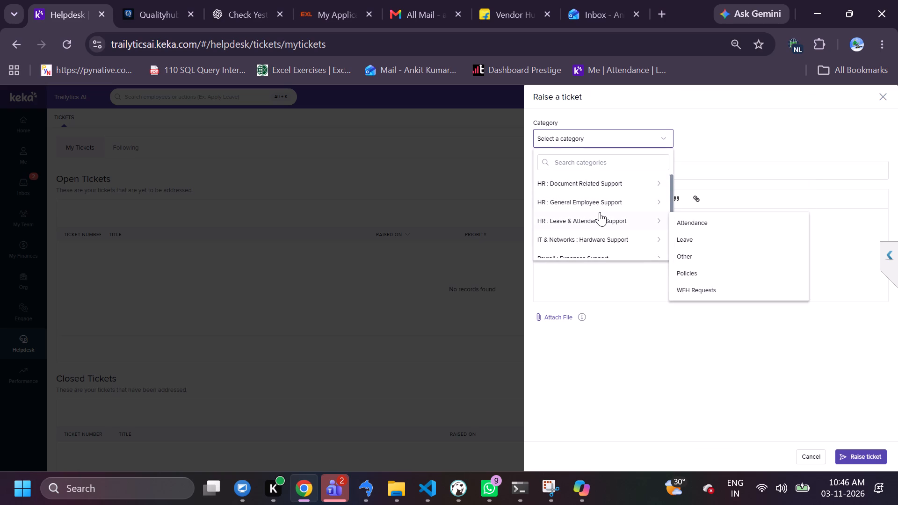
pyautogui.scroll(-1, 600, 212)
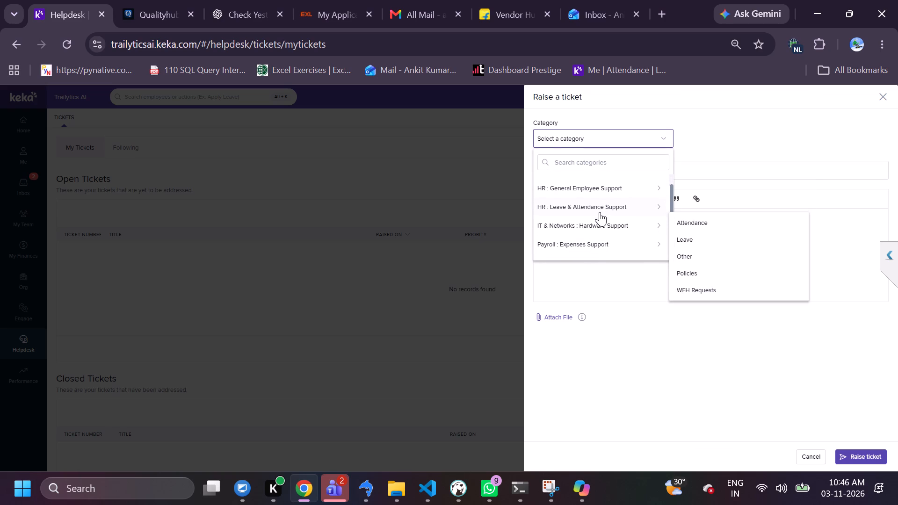
pyautogui.scroll(-2, 600, 212)
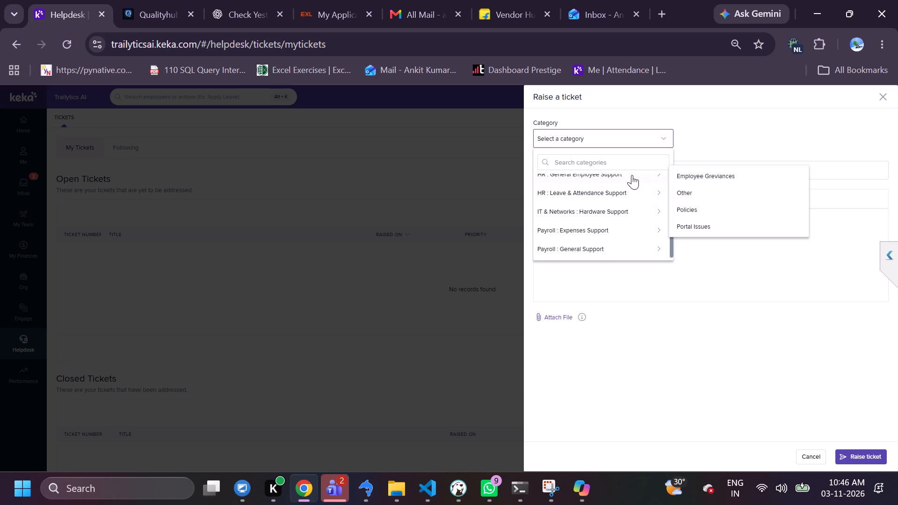
pyautogui.scroll(1, 632, 175)
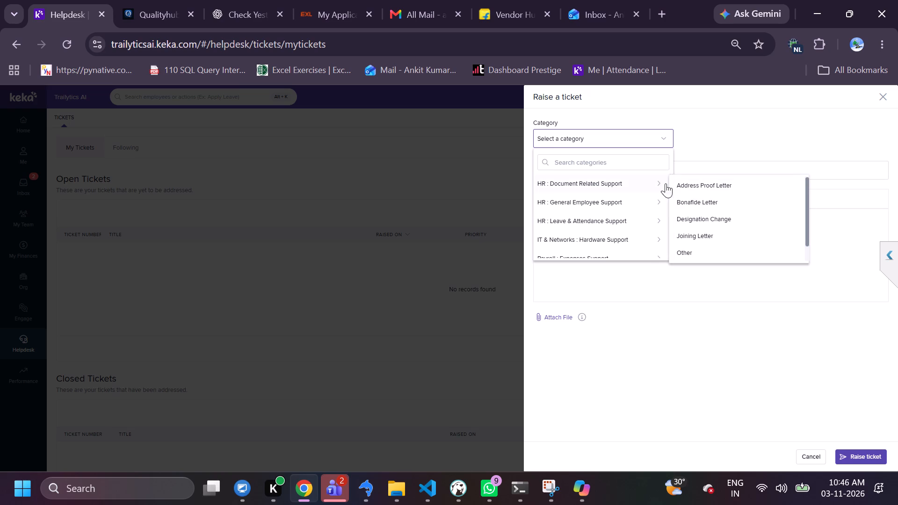
pyautogui.click(701, 218)
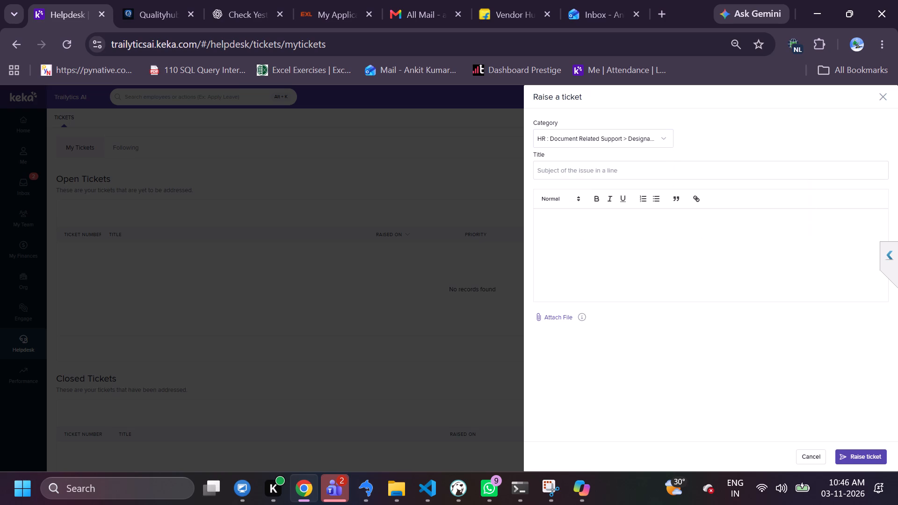
# Open the ticket's description body for text entry.
pyautogui.click(583, 231)
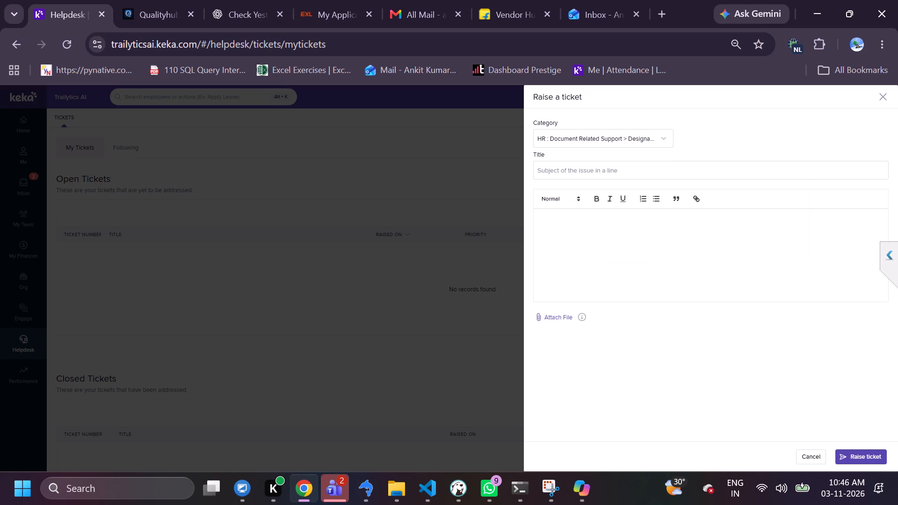
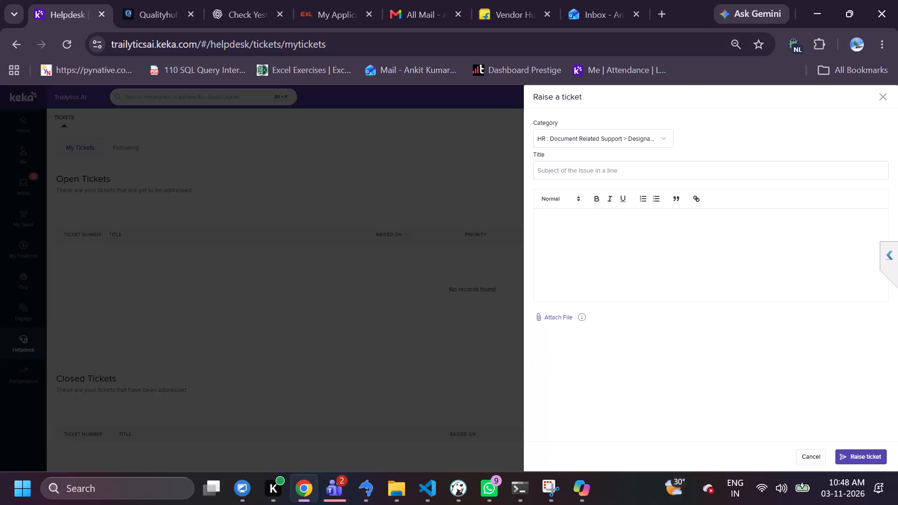
# Enter the ticket title "Correction Required in job role Designation".
pyautogui.click(559, 173)
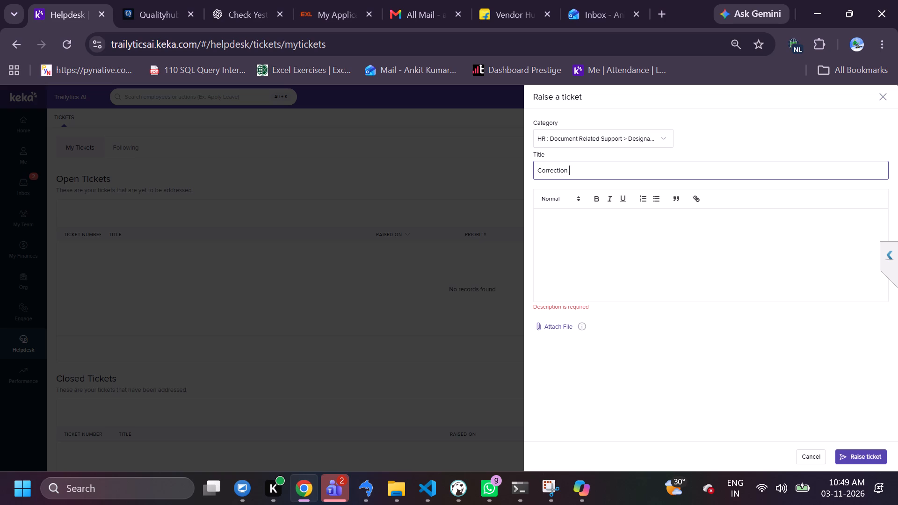
pyautogui.press('r')
pyautogui.write('equired')
pyautogui.press('space')
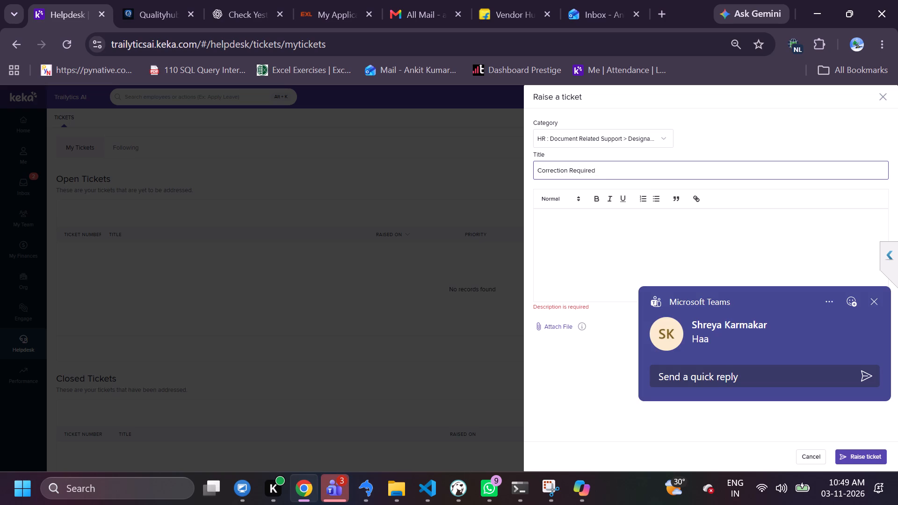
pyautogui.write('in')
pyautogui.press('space')
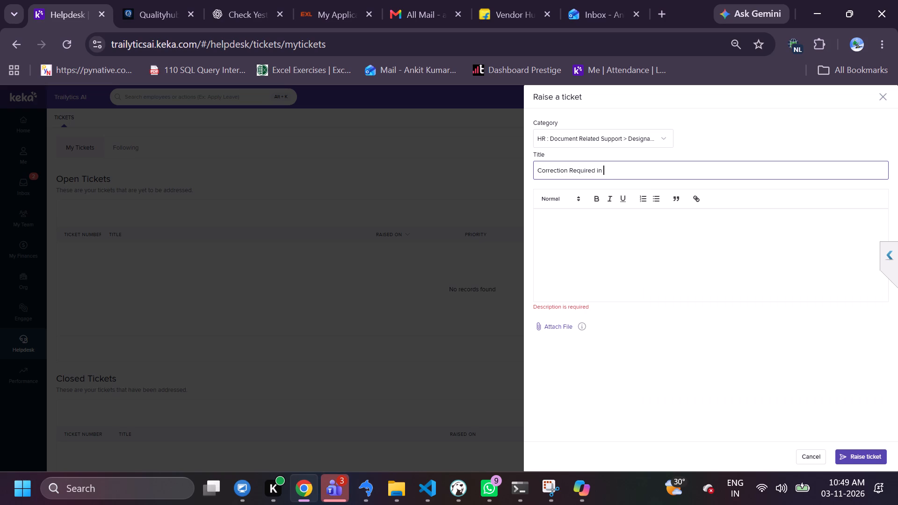
pyautogui.write('job role')
pyautogui.press('space')
pyautogui.write('ig')
pyautogui.write('nation')
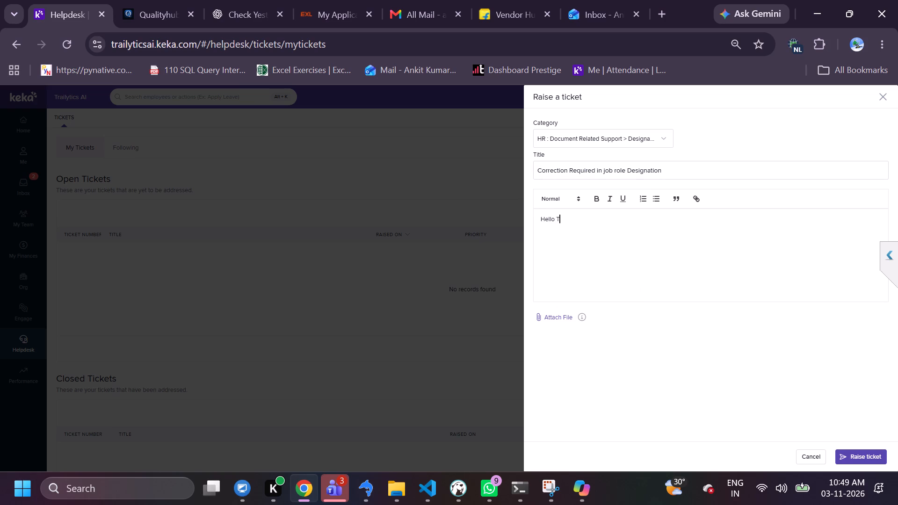
# Begin the description with the greeting "Hello Team," followed by a blank line.
pyautogui.hotkey('shift', 'Return')
pyautogui.hotkey('shift', 'Return')
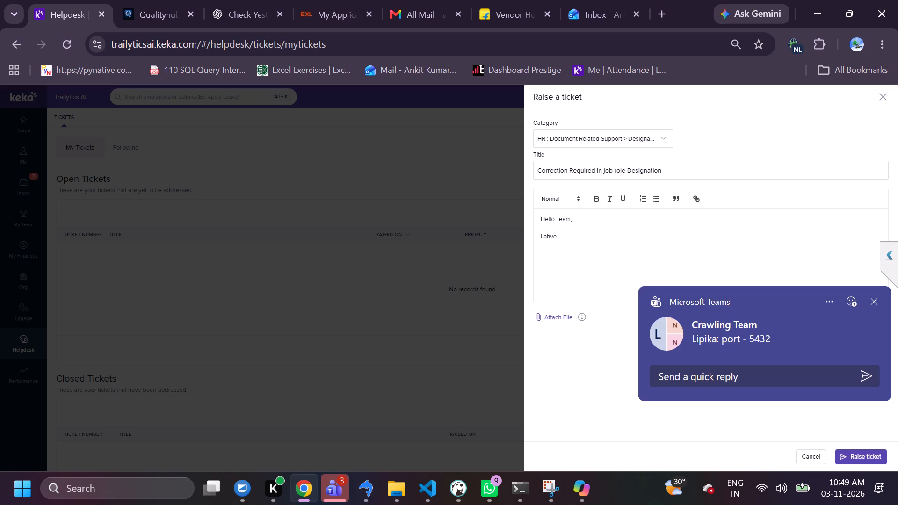
# Write in the description: "i Have noticed that my designation/role incorrectly displaced in keka".
pyautogui.press('BackSpace')
pyautogui.press('BackSpace')
pyautogui.press('BackSpace')
pyautogui.press('BackSpace')
pyautogui.press('BackSpace')
pyautogui.press('BackSpace')
pyautogui.press('BackSpace')
pyautogui.press('BackSpace')
pyautogui.write('ae')
pyautogui.press('BackSpace')
pyautogui.write('ve')
pyautogui.press('space')
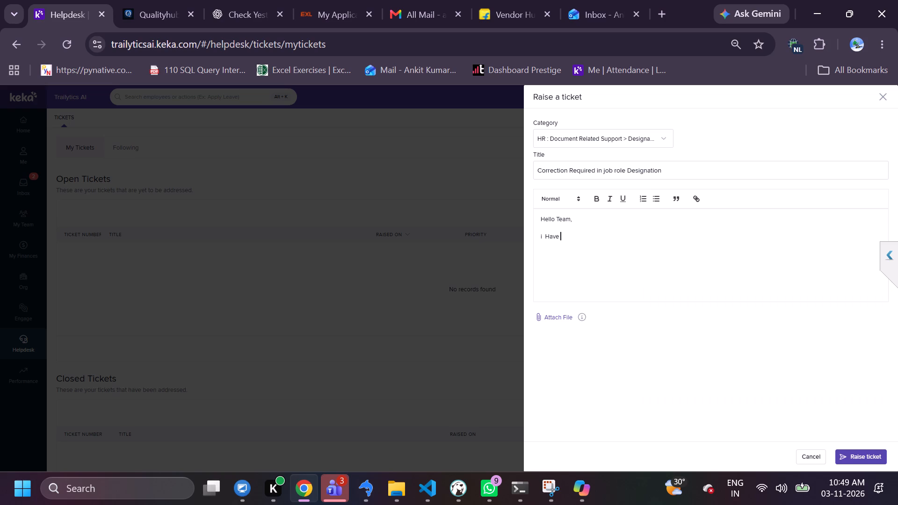
pyautogui.write('noti')
pyautogui.write('ces')
pyautogui.press('BackSpace')
pyautogui.write('d that')
pyautogui.press('space')
pyautogui.write('my')
pyautogui.press('space')
pyautogui.write('designation')
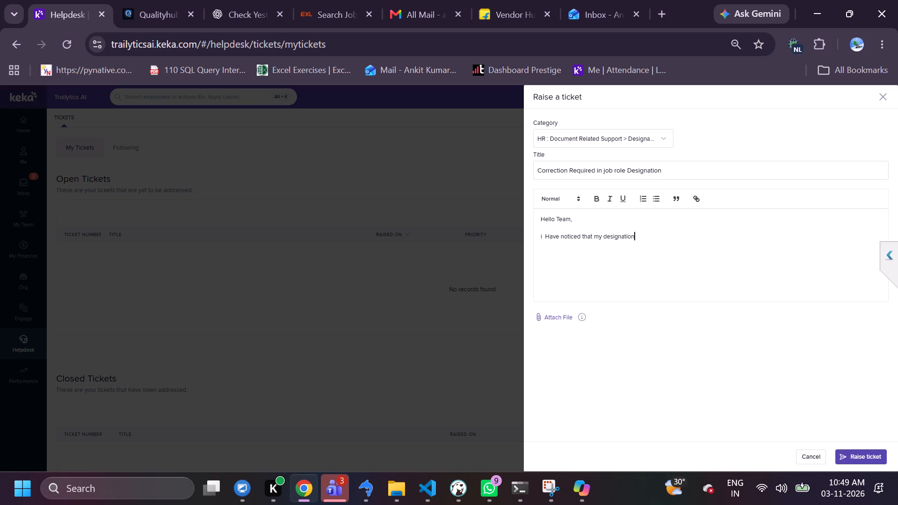
pyautogui.press('space')
pyautogui.press('BackSpace')
pyautogui.write('/role')
pyautogui.press('space')
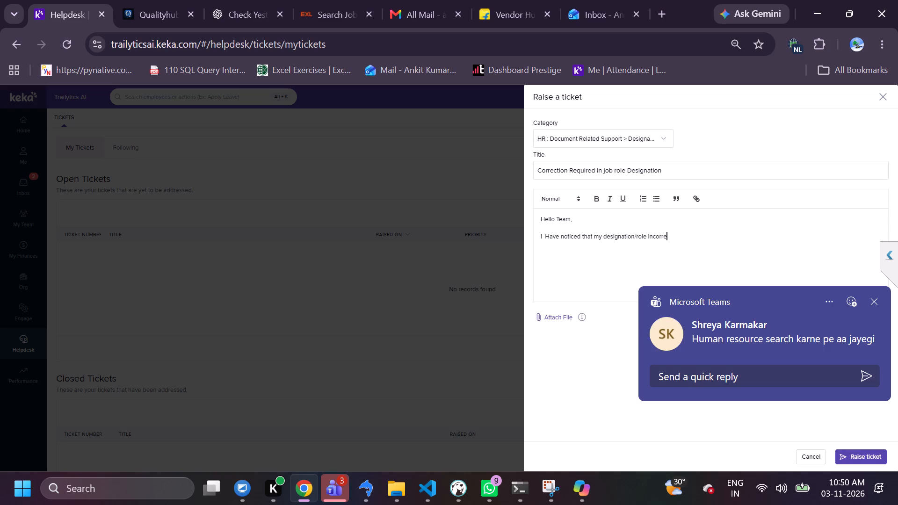
pyautogui.press('c')
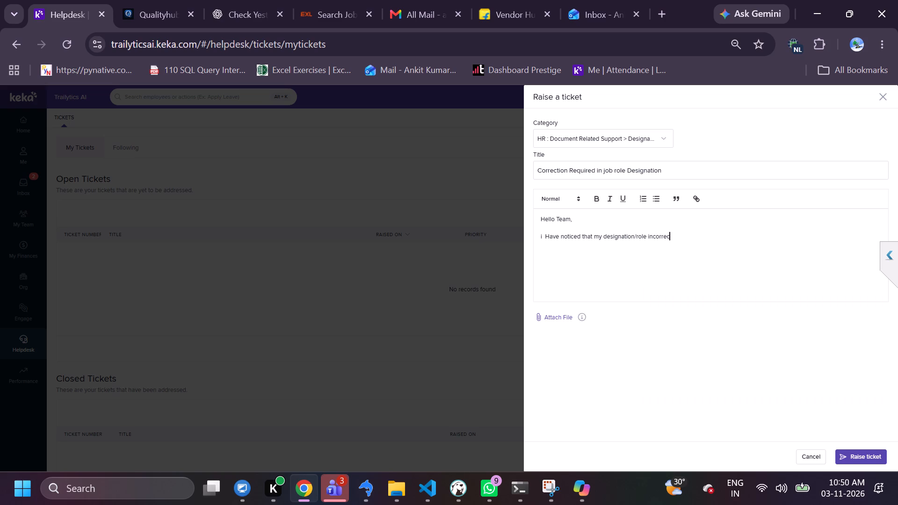
pyautogui.write('tly')
pyautogui.press('space')
pyautogui.write('displaced in keka')
pyautogui.press(',')
pyautogui.press('BackSpace')
# End the first sentence with a period and continue with "currently, it is showng as a Software Developement Enginner".
pyautogui.write('. ci')
pyautogui.press('BackSpace')
pyautogui.write('urrently')
pyautogui.press('space')
pyautogui.press('BackSpace')
pyautogui.write(',')
pyautogui.press('space')
pyautogui.write('it is showng as a')
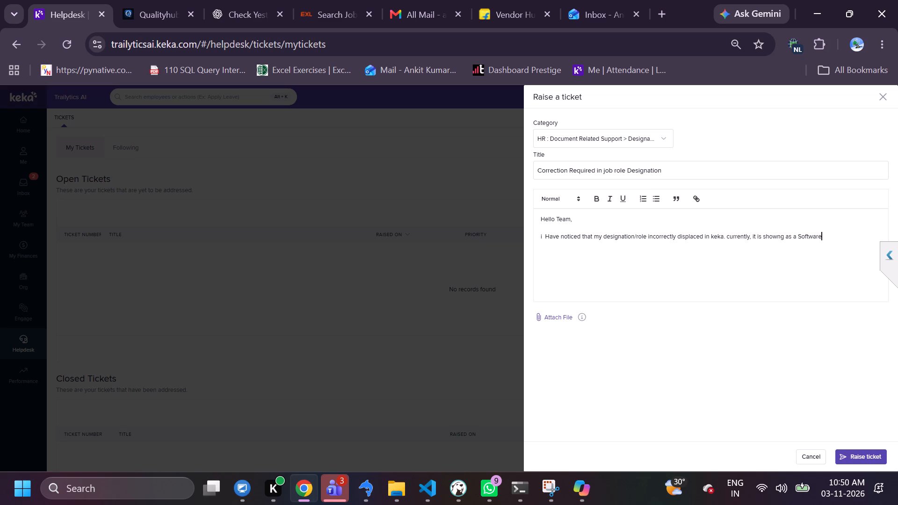
pyautogui.press('f')
pyautogui.press('BackSpace')
pyautogui.write('DE')
pyautogui.write('evelopement')
pyautogui.press('space')
pyautogui.press('BackSpace')
# Complete the sentence with ", whereas my actual role is Data Analys E1." and leave a blank line below.
pyautogui.write(', whereas a')
pyautogui.press('BackSpace')
pyautogui.write('my')
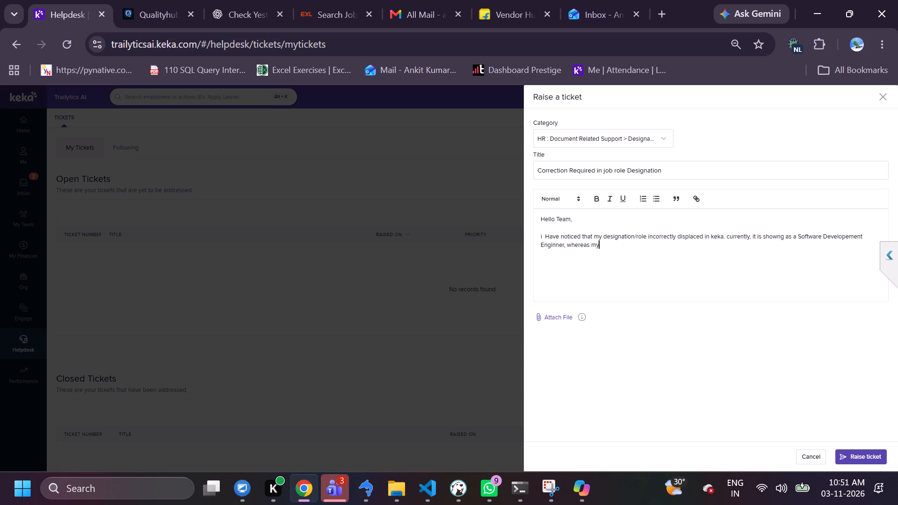
pyautogui.press('space')
pyautogui.write('actual role')
pyautogui.press('space')
pyautogui.write('is')
pyautogui.press('space')
pyautogui.press('d')
pyautogui.write('E1')
pyautogui.press('.')
pyautogui.hotkey('shift', 'Return')
pyautogui.hotkey('shift', 'Return')
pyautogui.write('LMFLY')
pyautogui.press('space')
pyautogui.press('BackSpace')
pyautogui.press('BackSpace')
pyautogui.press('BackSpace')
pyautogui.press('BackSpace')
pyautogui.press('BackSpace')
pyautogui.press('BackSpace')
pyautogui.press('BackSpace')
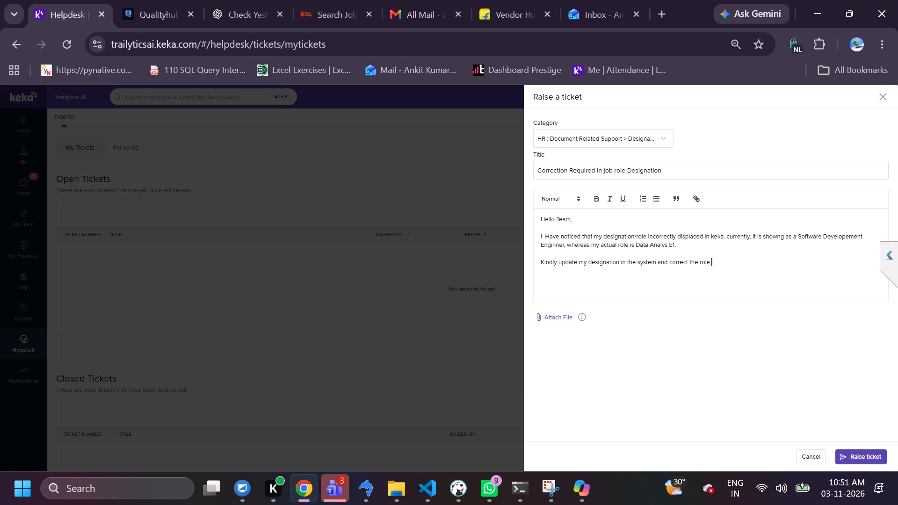
# Write the request "Kindly update my designation in the system and correct the role detials at the earliste.".
pyautogui.write('detials at the earliste')
pyautogui.press('.')
# Close the description with "Warm Regards" and the sender's first name on the line below.
pyautogui.press('BackSpace')
pyautogui.write('ds')
pyautogui.hotkey('shift', 'Return')
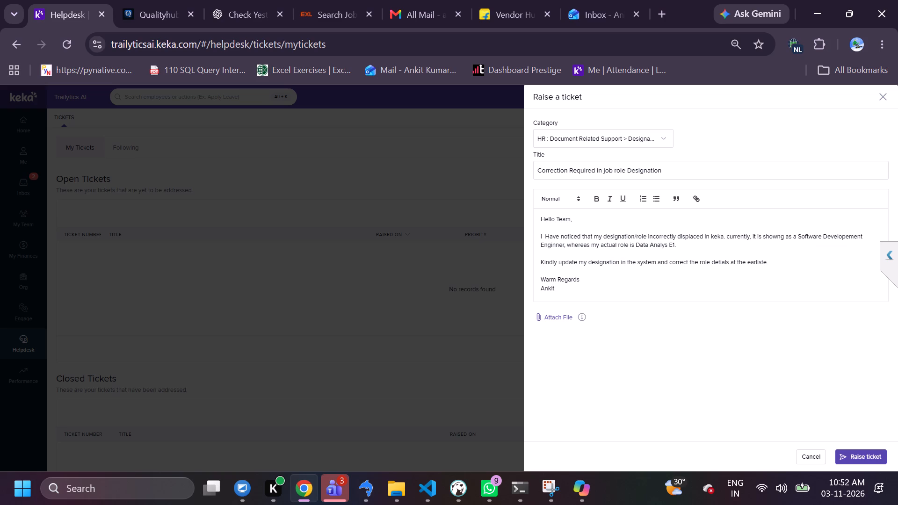
# Trim the misspelled final word "earliste" in the request sentence back to "earl", before the period.
pyautogui.click(761, 260)
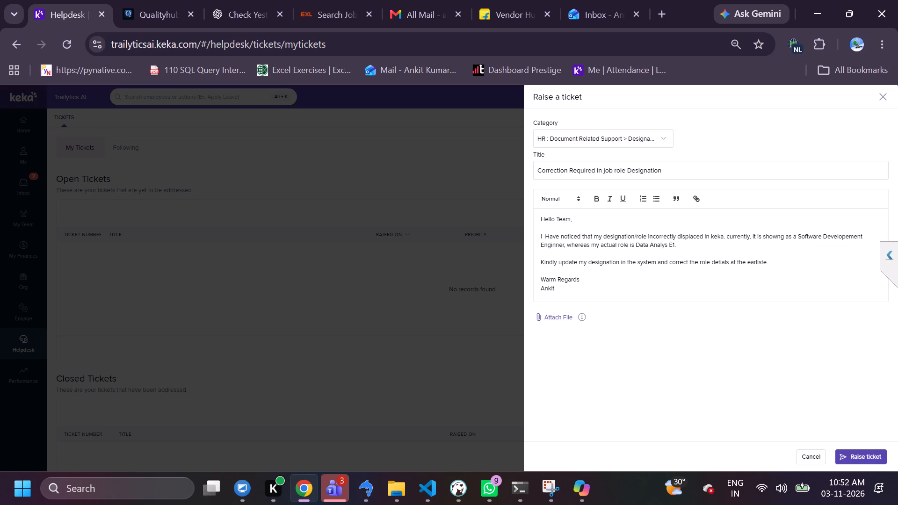
pyautogui.click(776, 263)
pyautogui.press('Left')
pyautogui.press('BackSpace')
pyautogui.press('BackSpace')
pyautogui.press('BackSpace')
pyautogui.press('BackSpace')
# Change the capitalised "Have" at the start of the description's first sentence to lowercase "have".
pyautogui.hotkey('ctrl', '=')
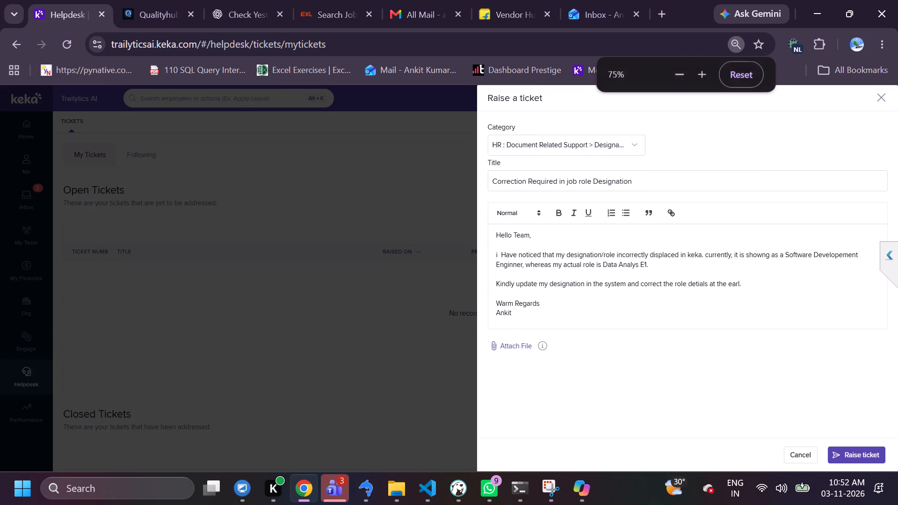
pyautogui.hotkey('ctrl', '=')
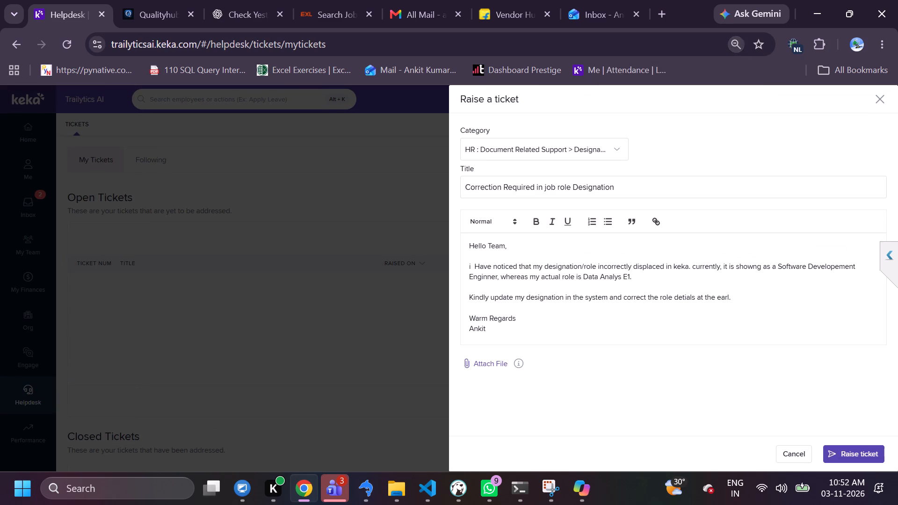
pyautogui.click(479, 267)
pyautogui.press('BackSpace')
pyautogui.press('h')
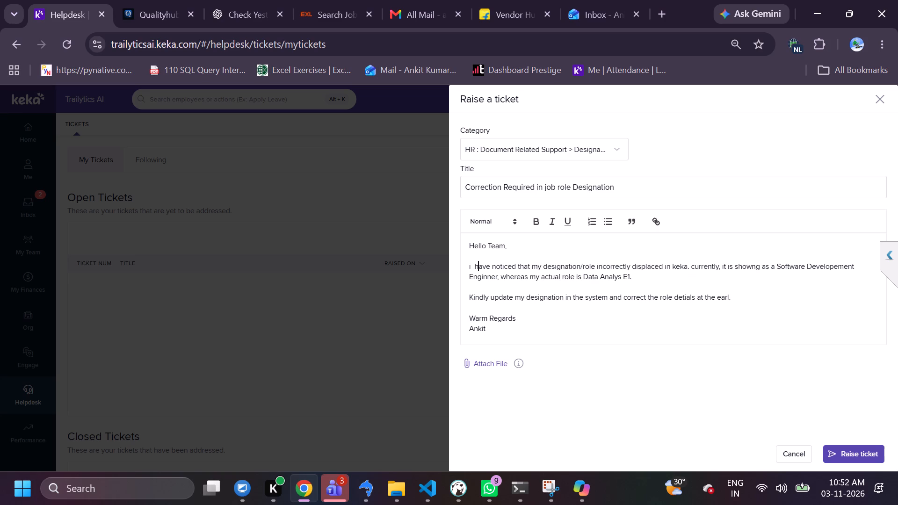
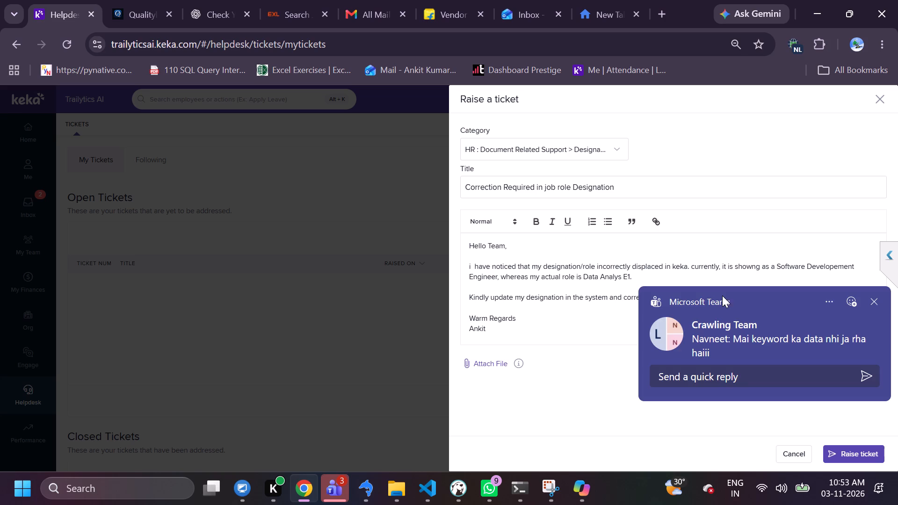
# Dismiss the Microsoft Teams notification covering the ticket description.
pyautogui.moveTo(870, 297); pyautogui.dragTo(744, 298)
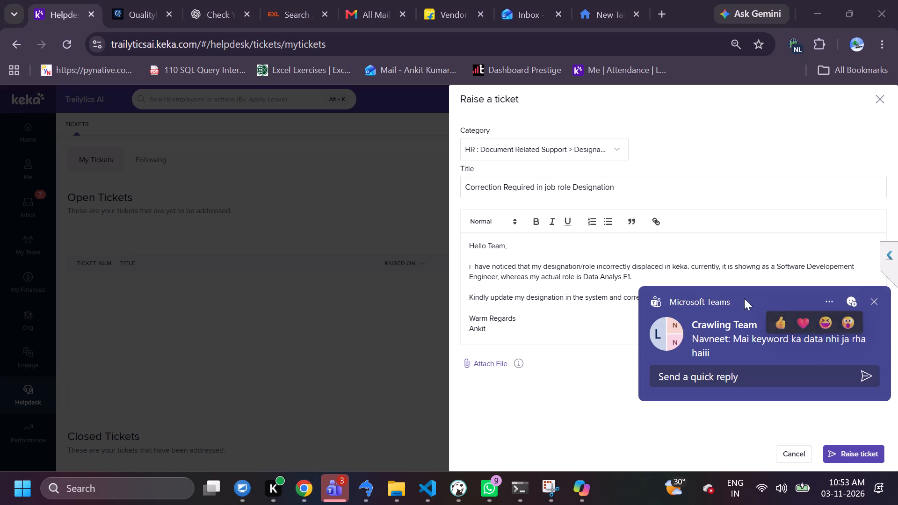
pyautogui.moveTo(744, 298); pyautogui.dragTo(876, 302)
pyautogui.click(876, 302)
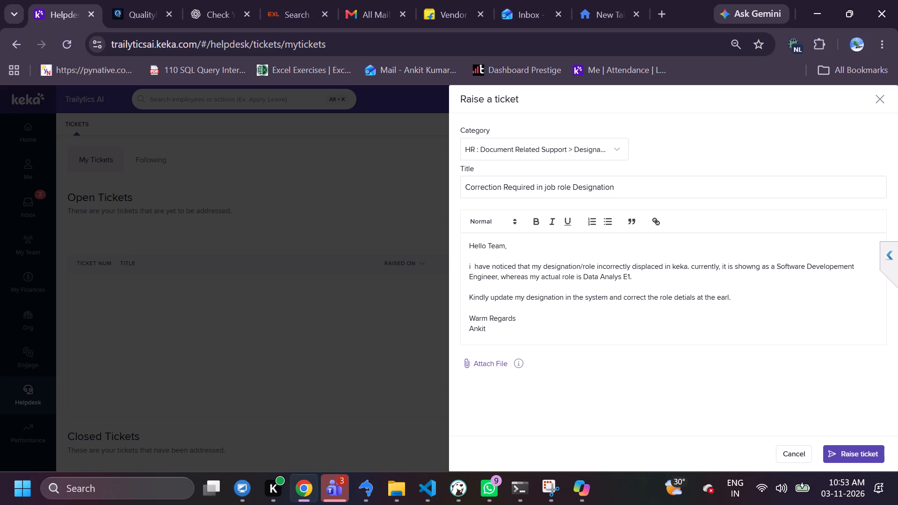
# Correct the misspelled word "detials" to "details" in the description's request sentence.
pyautogui.click(694, 298)
pyautogui.press('BackSpace')
pyautogui.press('BackSpace')
pyautogui.press('BackSpace')
pyautogui.press('BackSpace')
pyautogui.press('a')
pyautogui.write('ils')
# Complete the request sentence's final word as "earliest", keeping the period, and dismiss the Teams notification covering it.
pyautogui.click(729, 296)
pyautogui.press('BackSpace')
pyautogui.write('li')
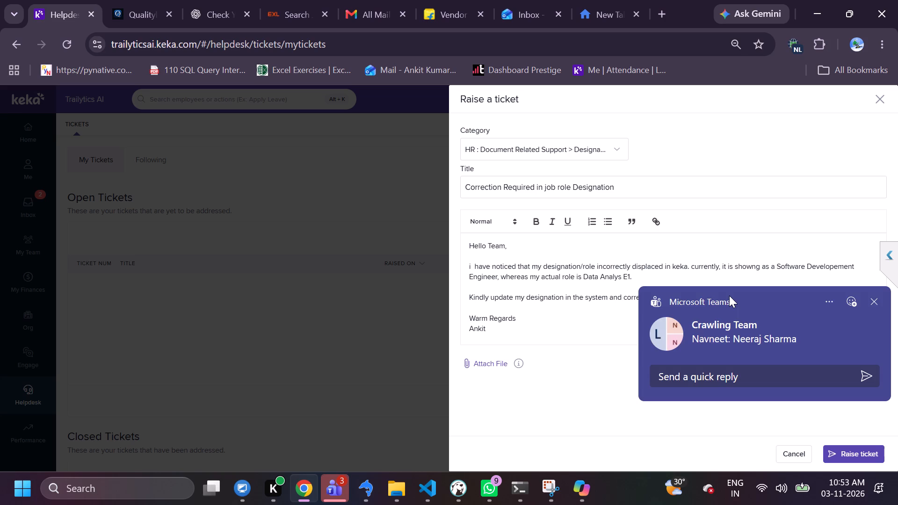
pyautogui.write('est')
pyautogui.click(875, 298)
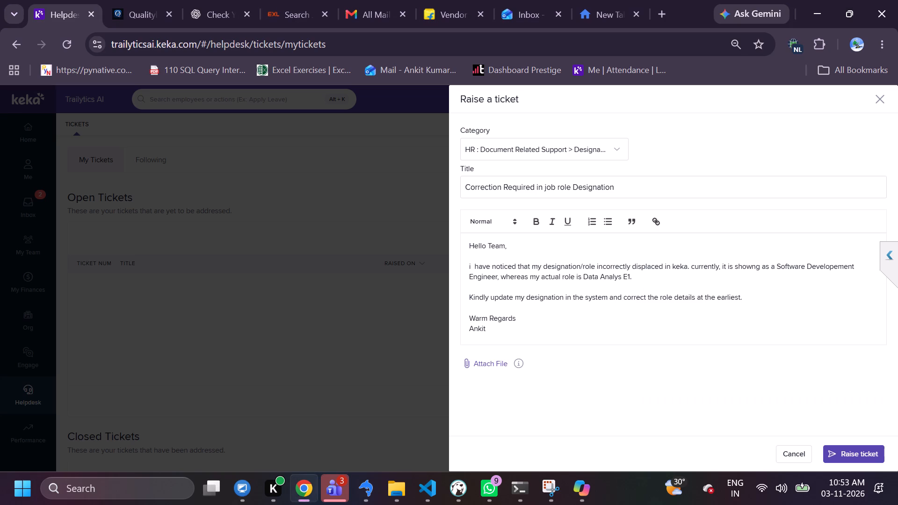
# Capitalise the lowercase "i" at the start of the description's first sentence.
pyautogui.scroll(-1, 646, 314)
pyautogui.scroll(1, 596, 283)
pyautogui.click(470, 262)
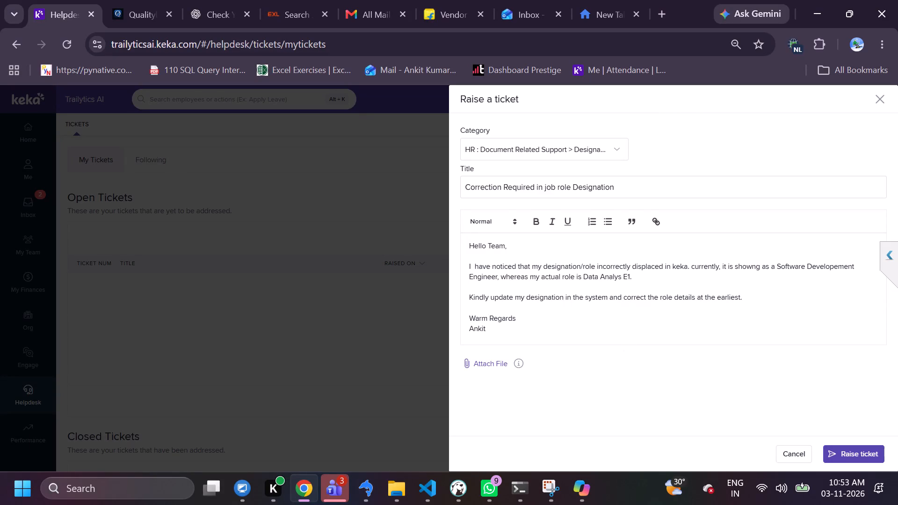
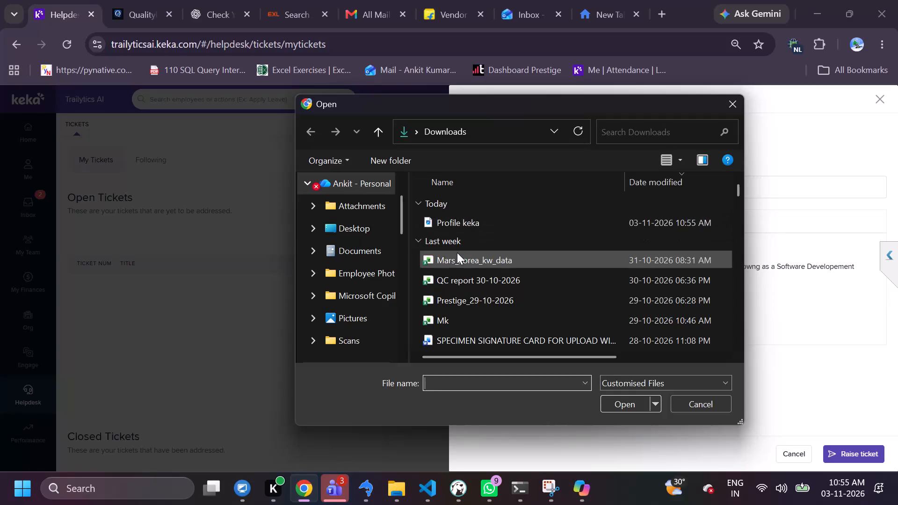
# Attach the "Profile keka" image from the Downloads folder to the ticket.
pyautogui.click(484, 225)
pyautogui.click(623, 403)
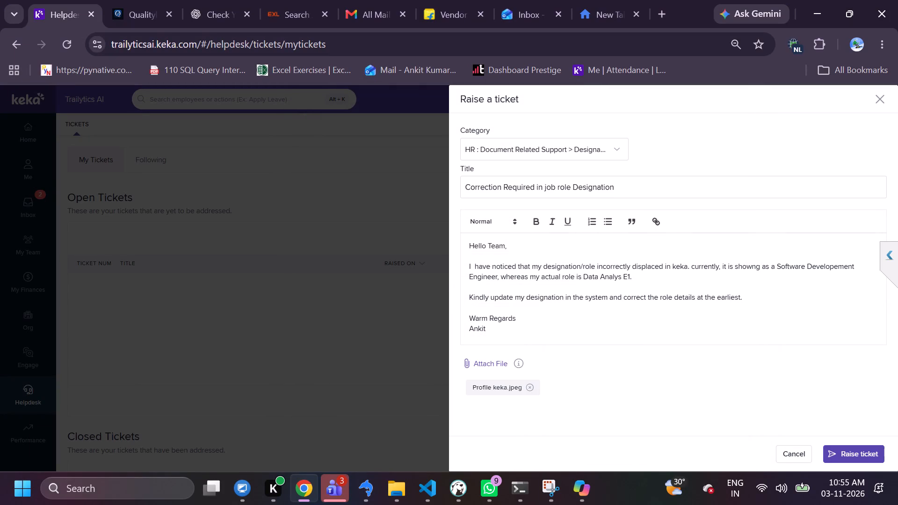
# Add "Attach ss for your refrence" after the sentence ending "Data Analys E1." in the ticket description.
pyautogui.click(676, 275)
# Add the note "Attach ss" after the sentence ending in "Data Analys E1." in the ticket description.
pyautogui.press('space')
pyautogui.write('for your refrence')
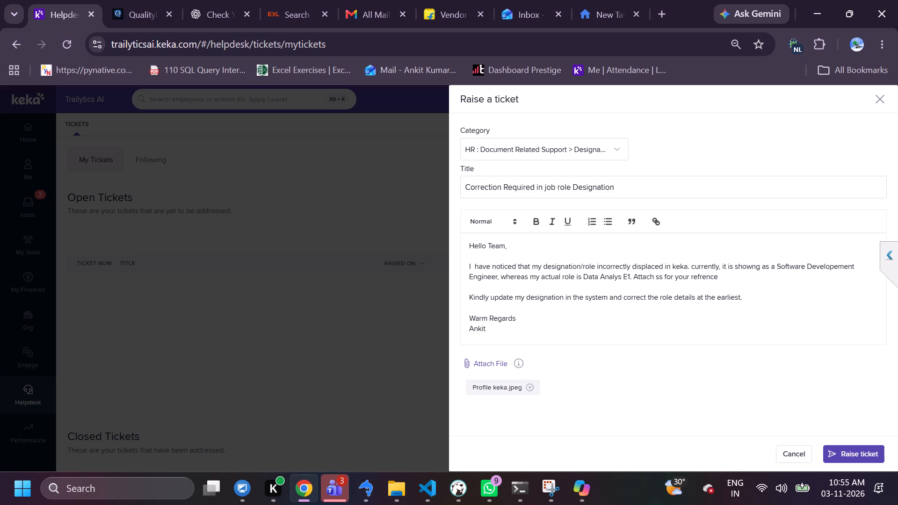
# Submit the completed designation-correction ticket to the HR helpdesk.
pyautogui.click(840, 450)
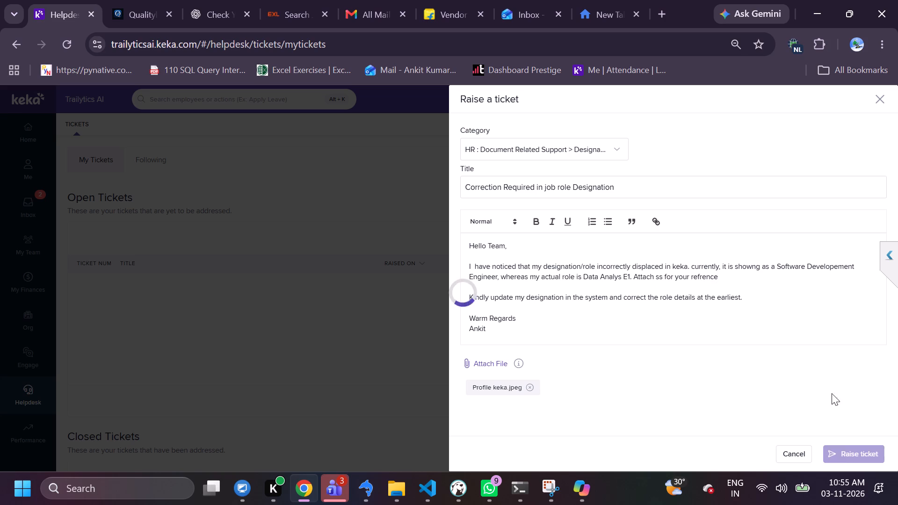